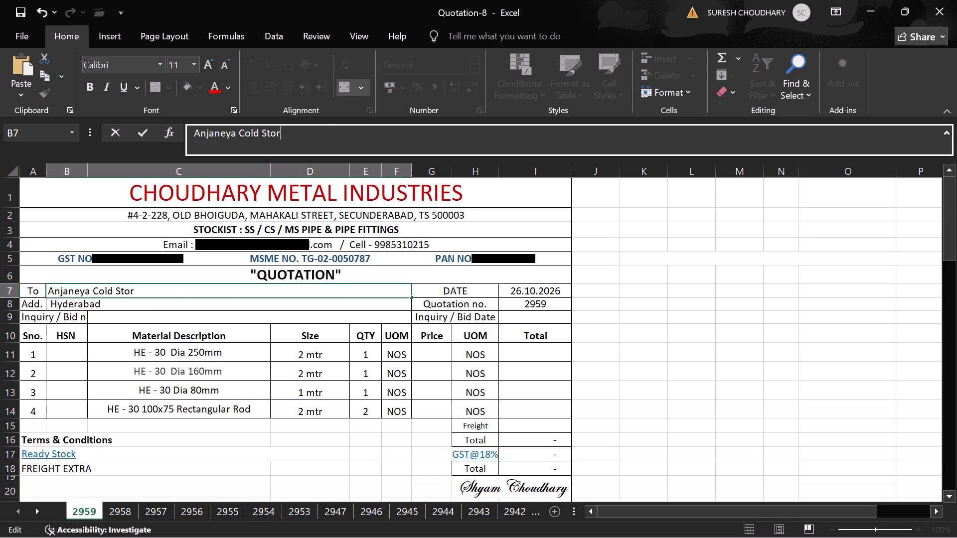
Replace the customer name in the quotation's To field with the copied name Haritha Bio Products India (P) Ltd.
key(ctrl+v)
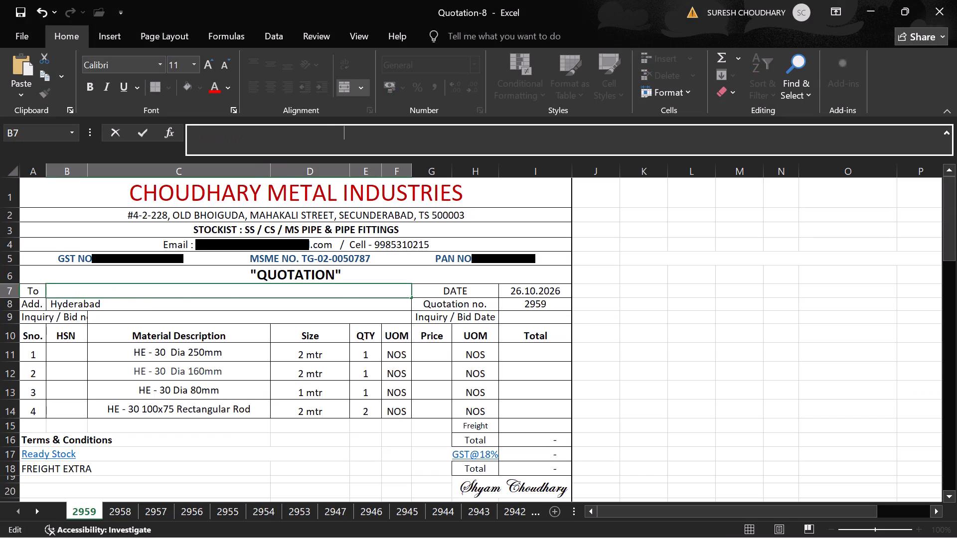
key(Return)
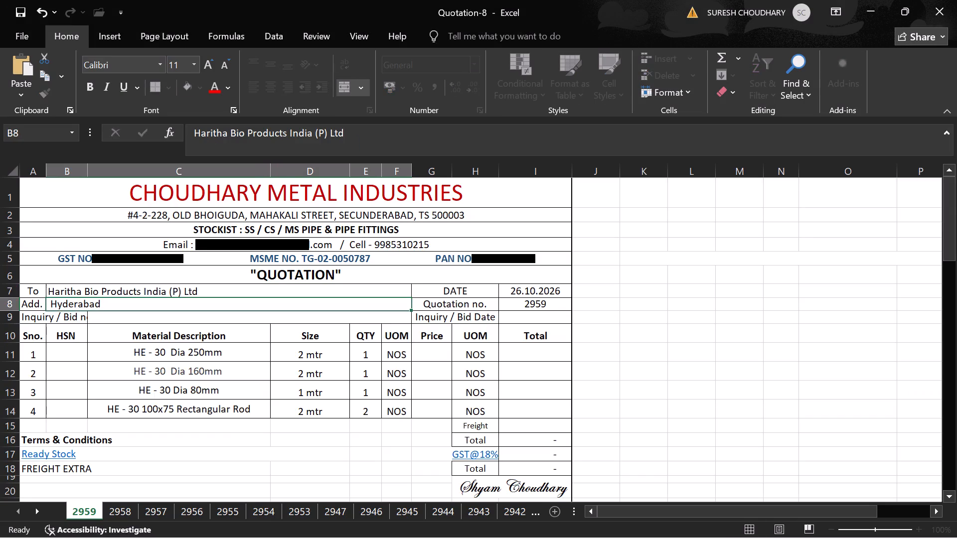
Open the material description of the first item row for editing at the end of its text.
double_click(180, 355)
click(232, 358)
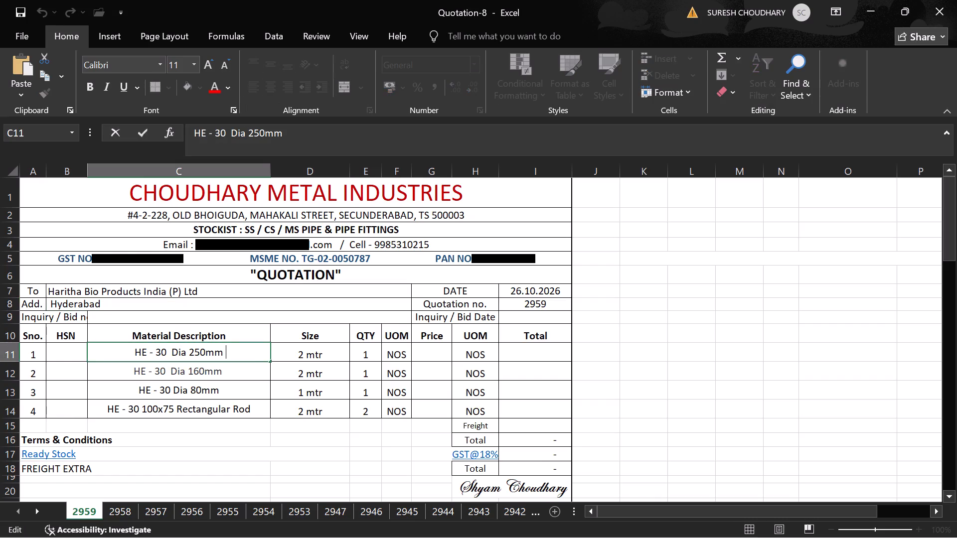
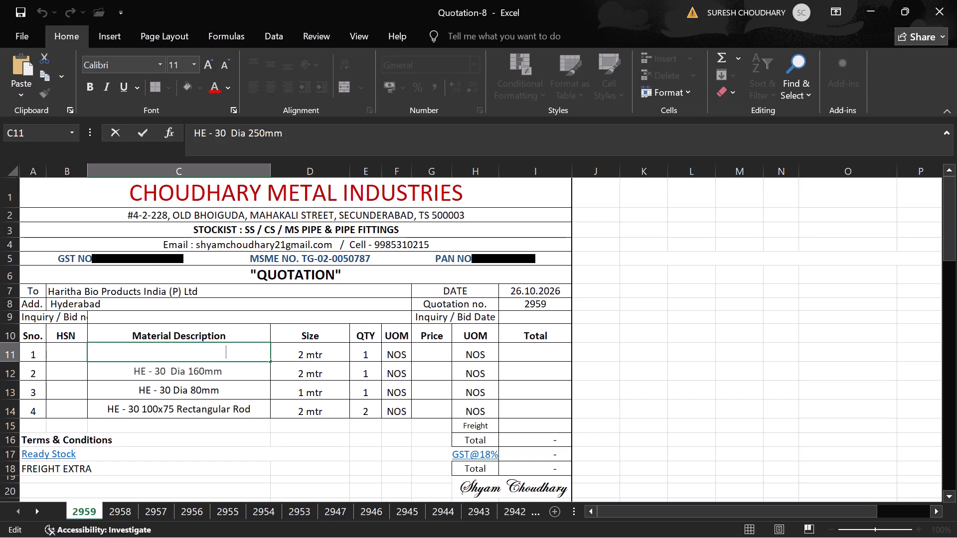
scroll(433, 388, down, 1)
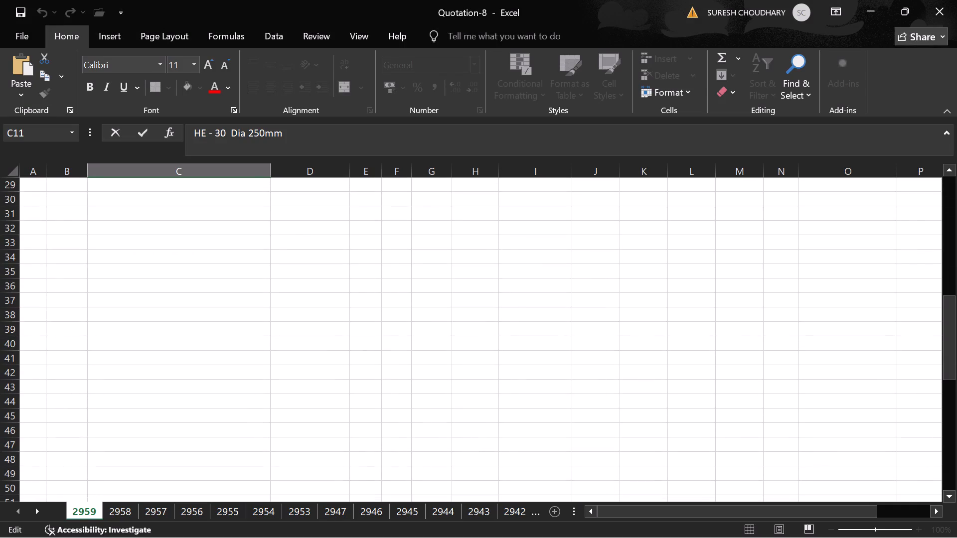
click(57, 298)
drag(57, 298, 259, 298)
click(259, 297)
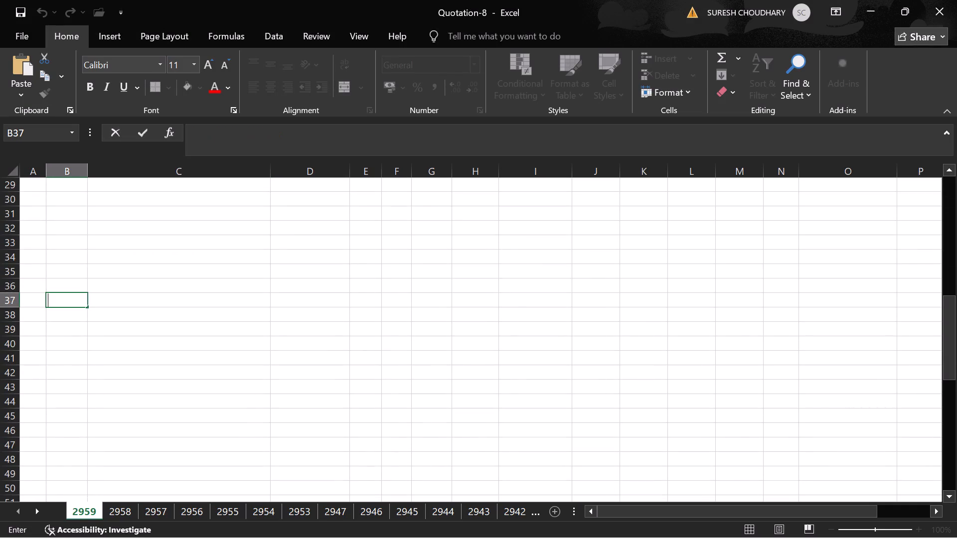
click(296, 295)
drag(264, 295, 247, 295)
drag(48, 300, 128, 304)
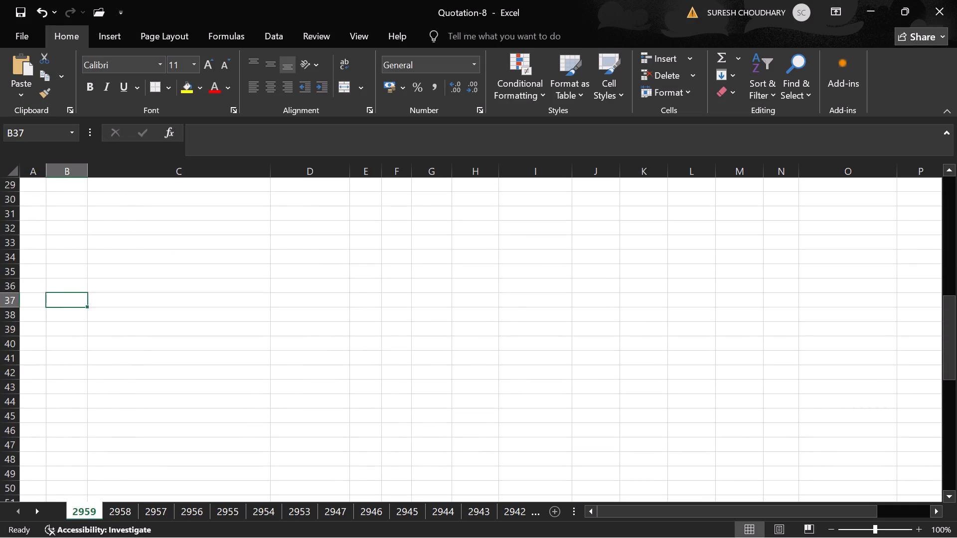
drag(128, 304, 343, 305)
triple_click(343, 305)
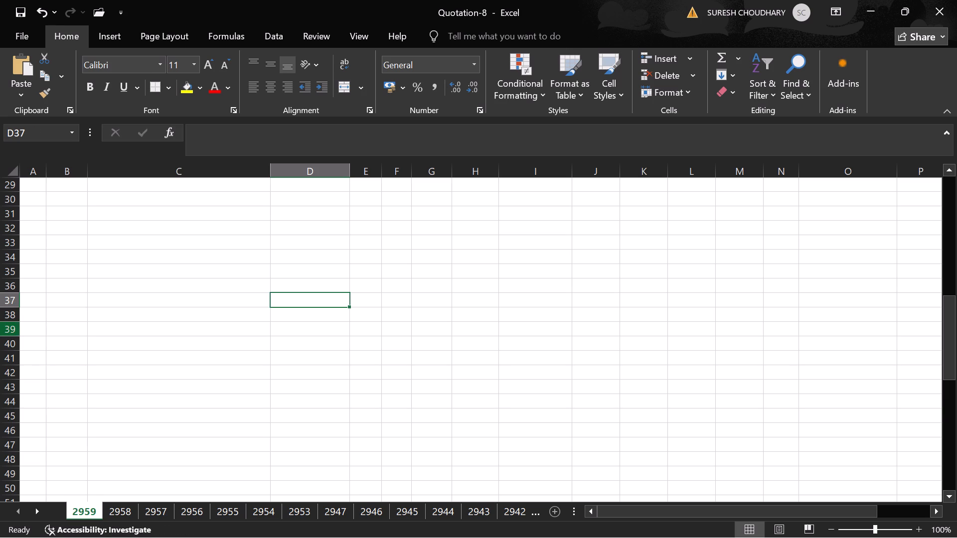
Paste the copied item row 1037/1, SS Shaft SS 316 OD-90 mm, Length-305 mm, quantity 1, starting at cell B37.
click(57, 302)
key(ctrl+v)
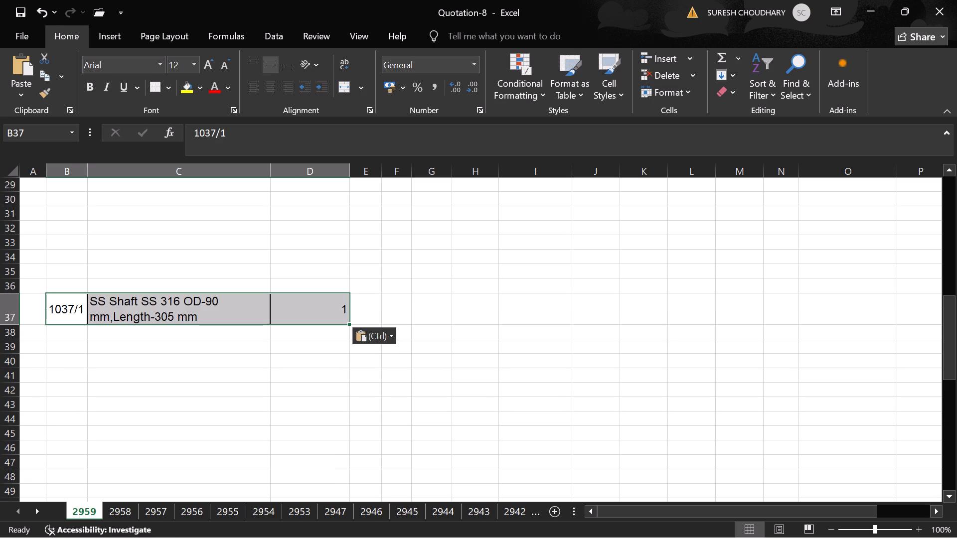
Enter 9000 in cell E37, beside the pasted shaft item's quantity.
click(370, 303)
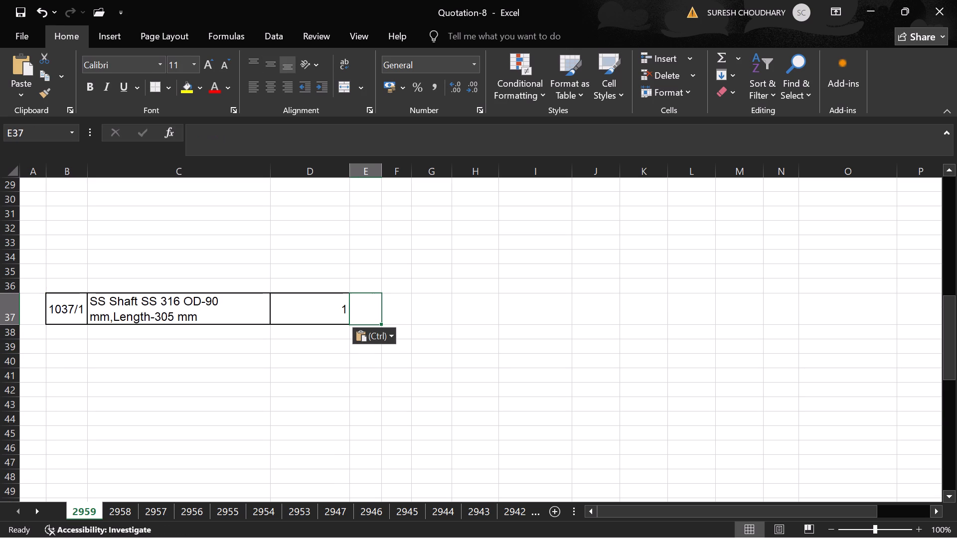
text(9000)
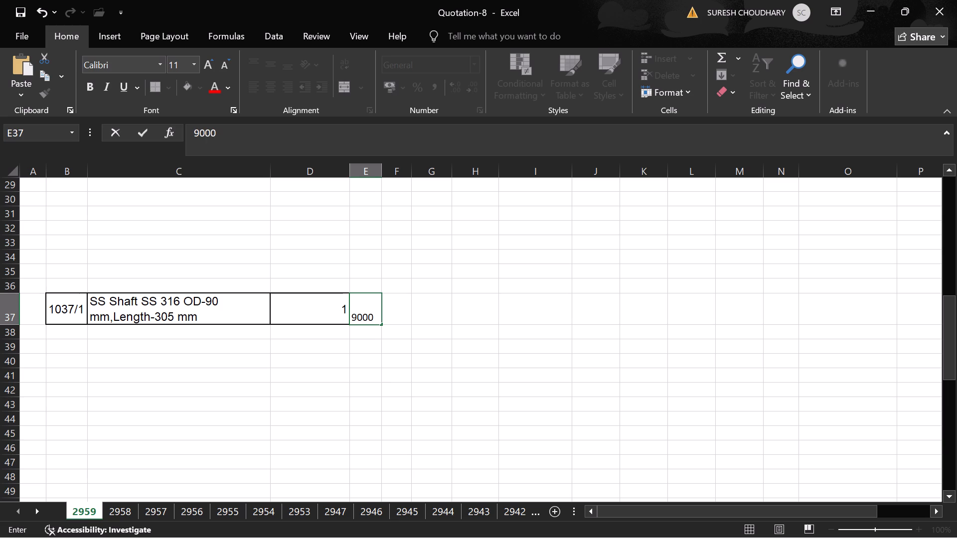
key(Return)
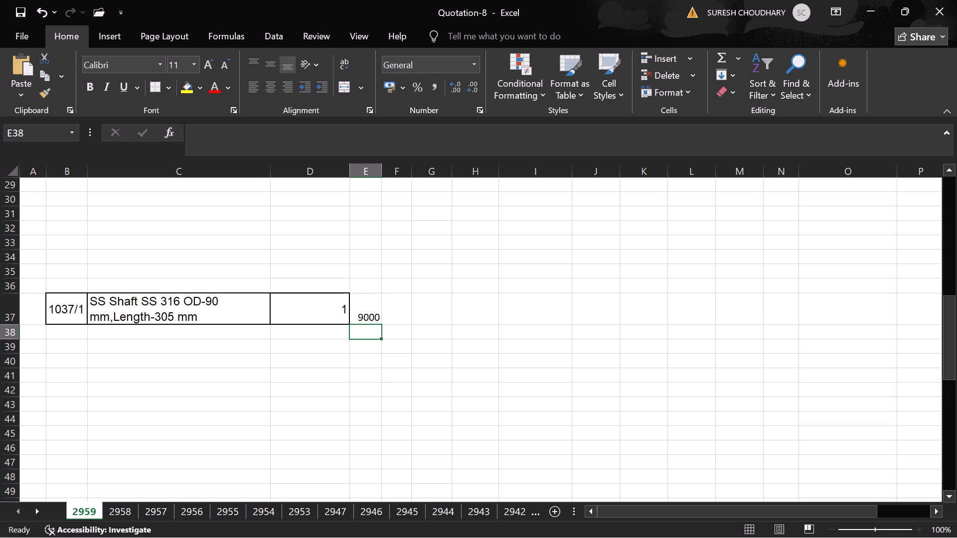
Apply All Borders to cell E37 containing the 9000 value.
click(370, 303)
double_click(371, 303)
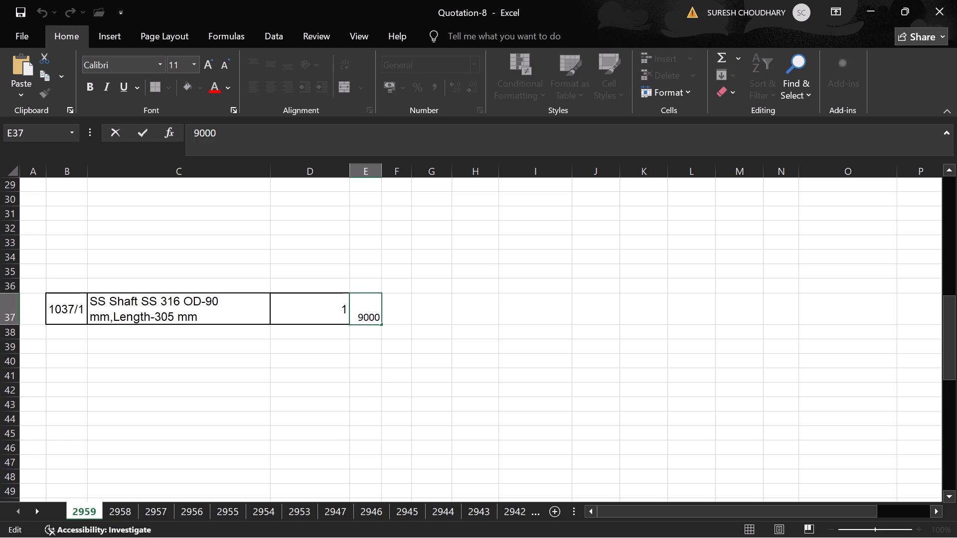
drag(71, 306, 345, 316)
drag(360, 316, 370, 316)
click(371, 316)
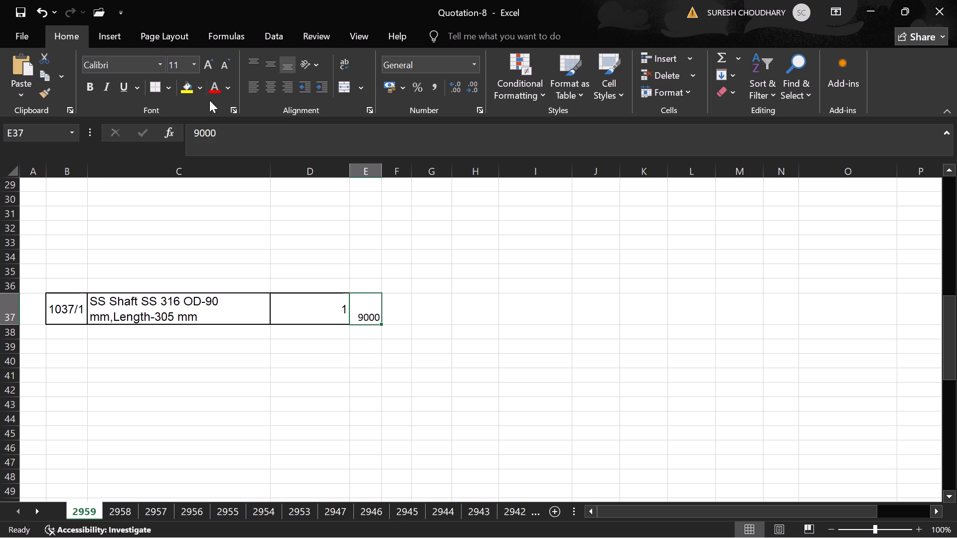
click(166, 84)
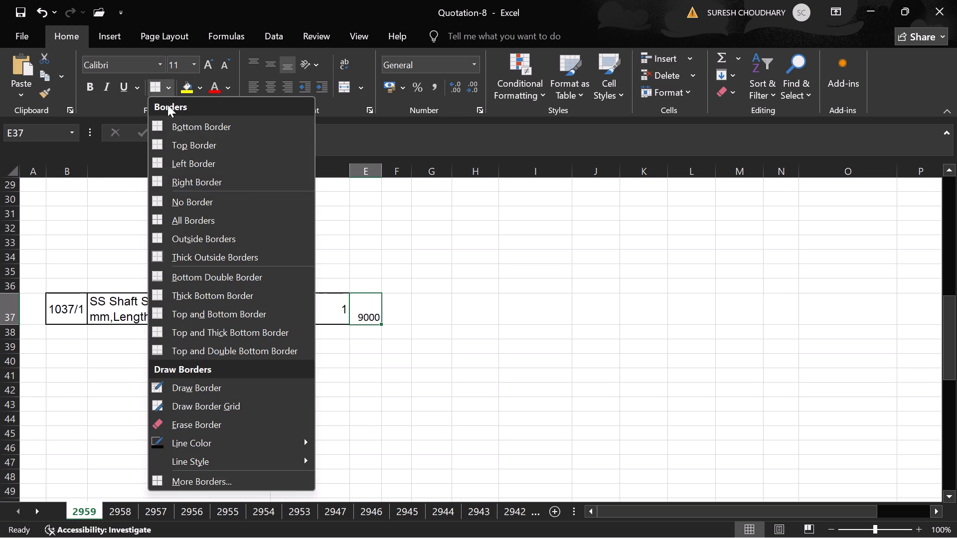
click(197, 216)
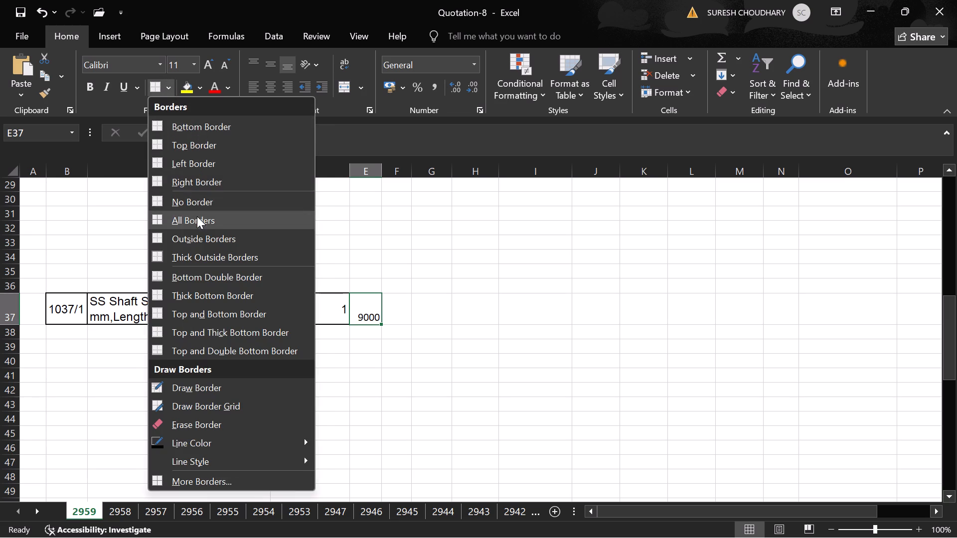
click(397, 319)
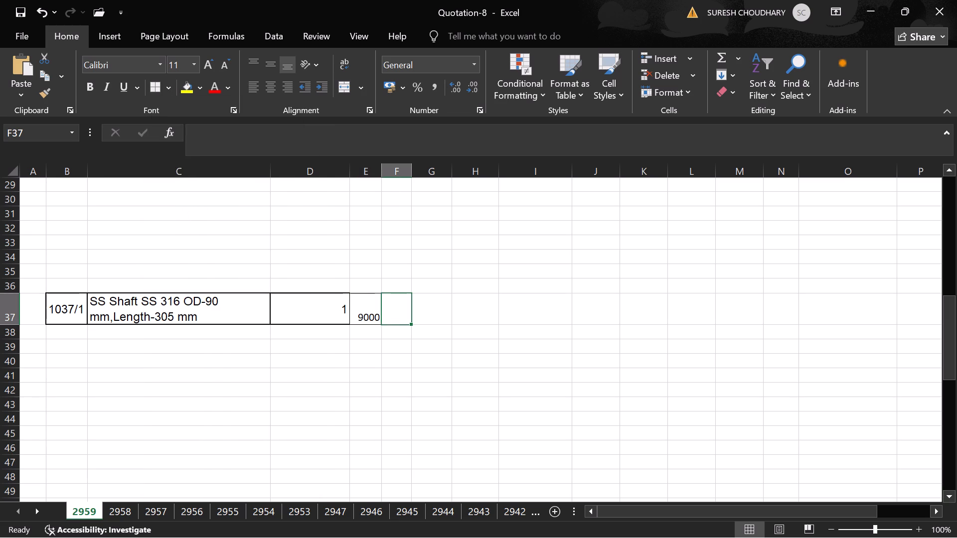
double_click(300, 347)
double_click(373, 308)
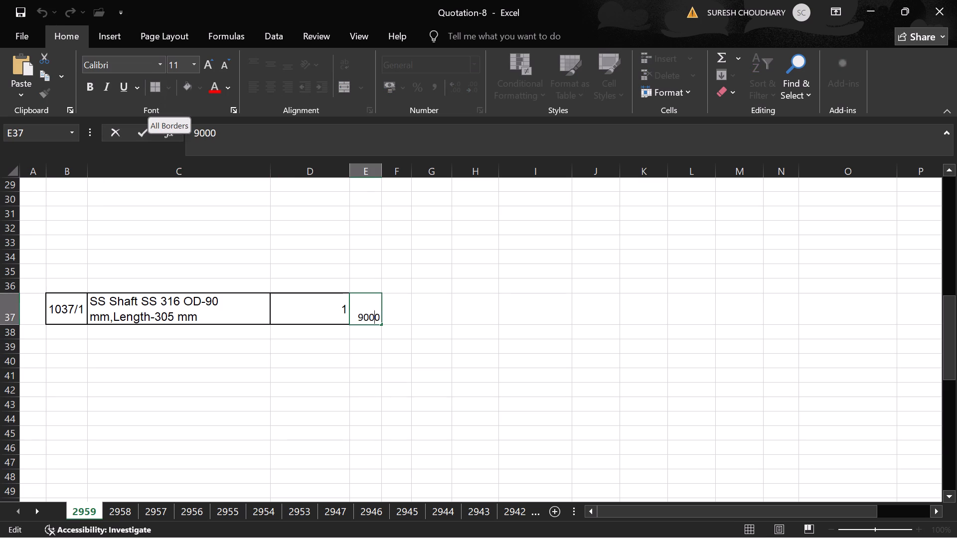
click(317, 345)
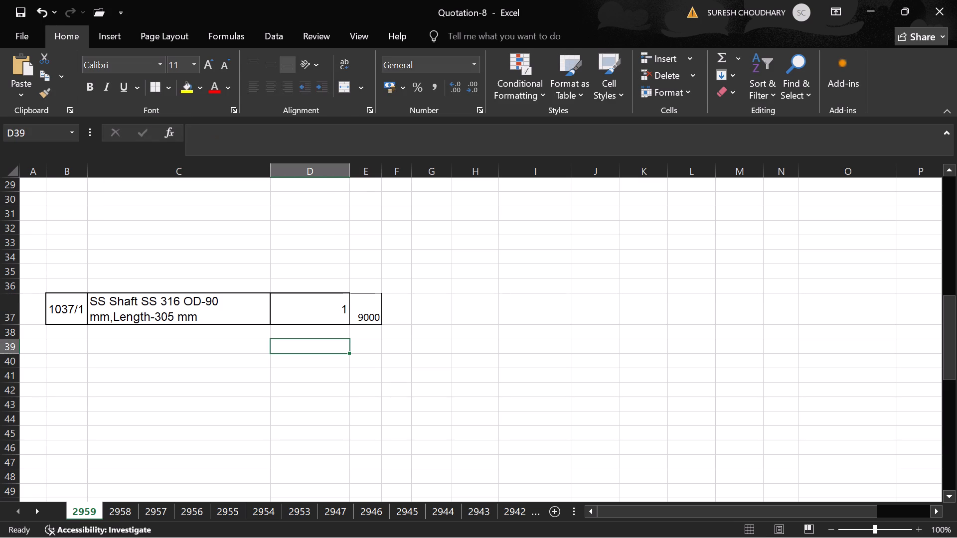
Select cell E37 again and open the border style choices for it.
click(369, 302)
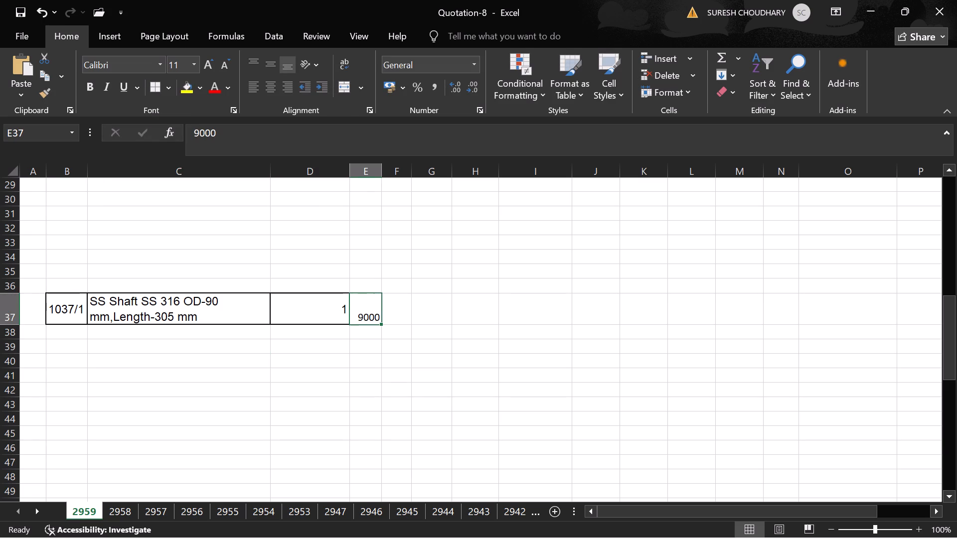
click(167, 85)
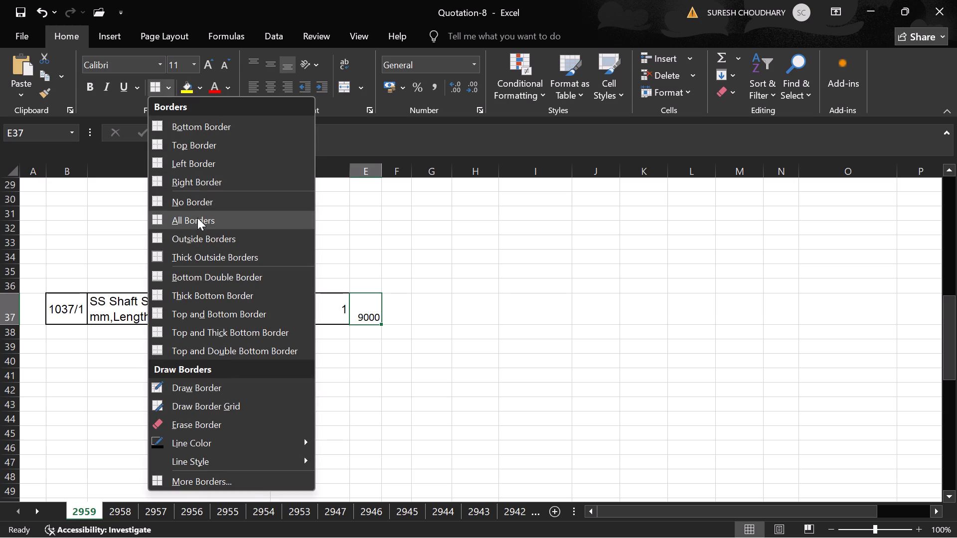
Apply Thick Outside Borders to cell E37 containing the 9000 value.
click(215, 253)
click(307, 340)
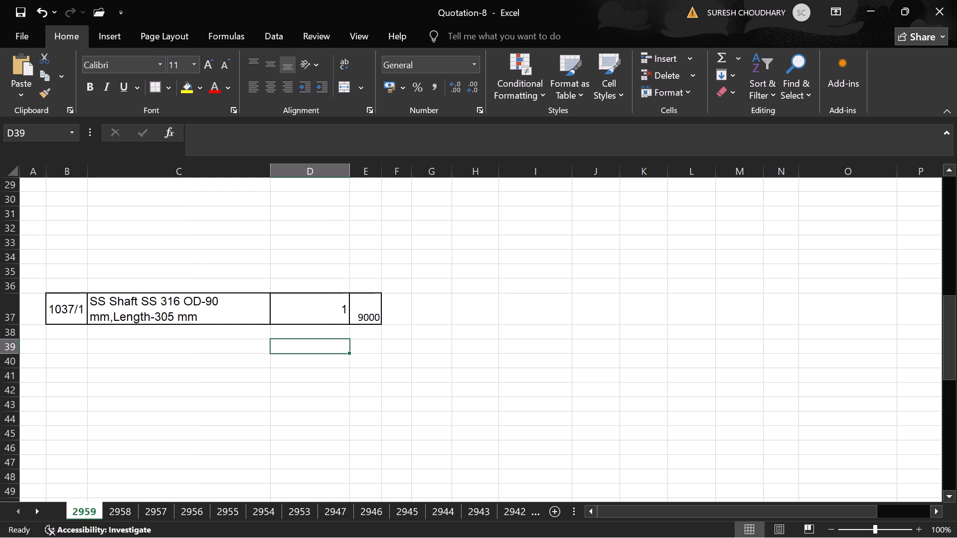
Copy the shaft item row B37:E37, from item number 1037/1 through the 9000 value.
drag(67, 310, 344, 305)
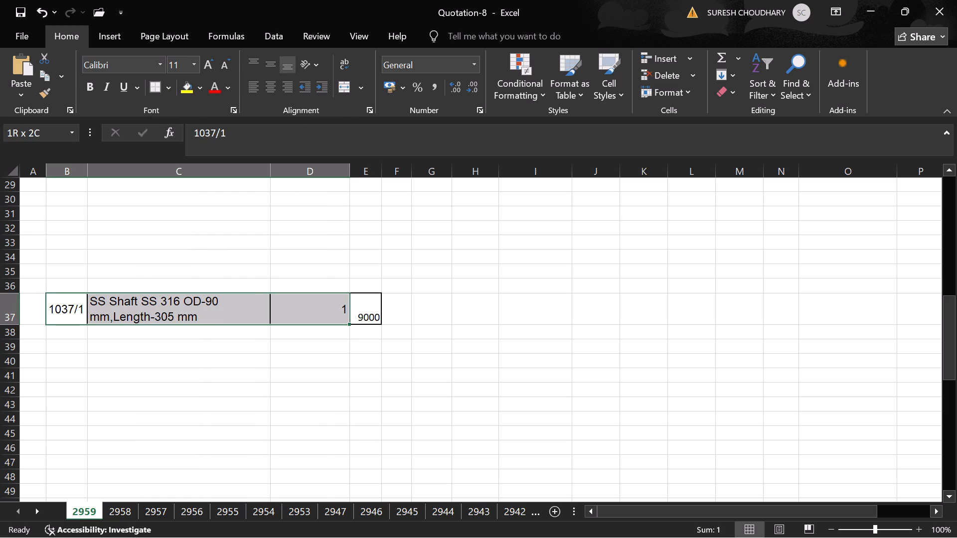
drag(344, 305, 361, 306)
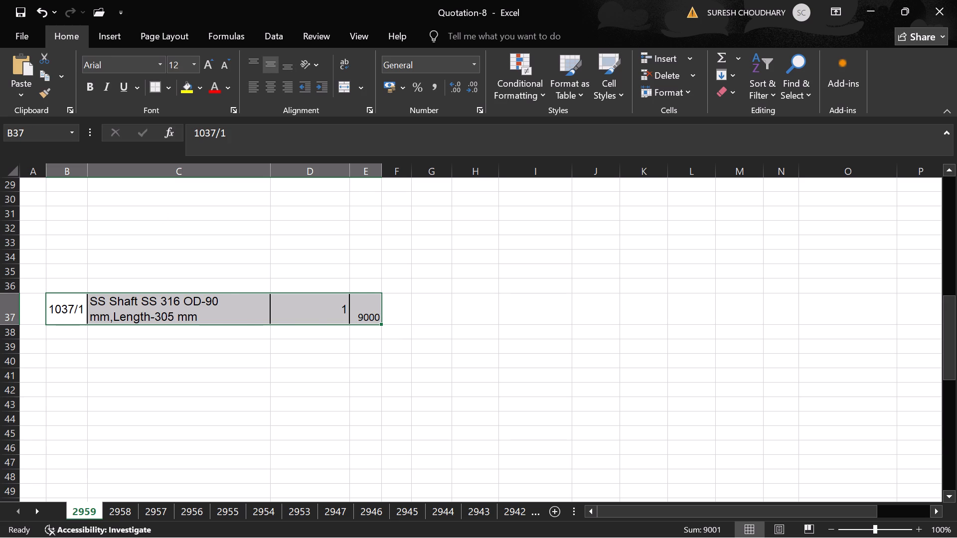
key(ctrl+c)
Switch from the Excel quotation to the Google Chrome window.
key(alt+Tab)
key(alt+Tab)
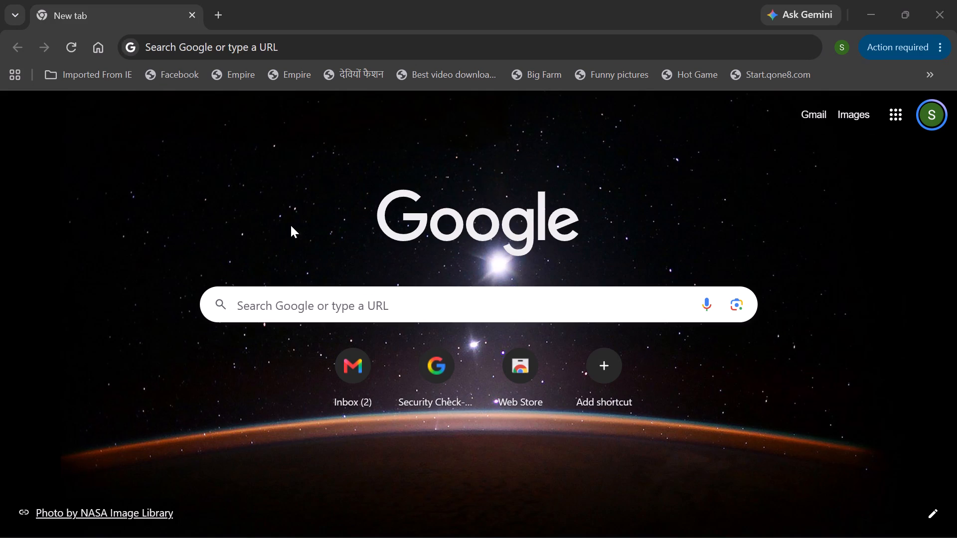